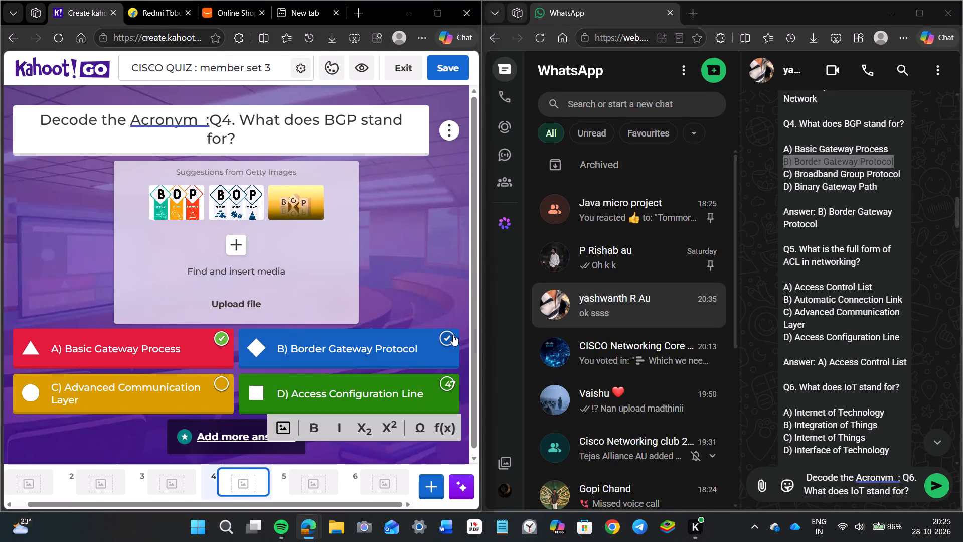
Mark answer B) Border Gateway Protocol as correct for Q4, the question on what BGP stands for.
left_click(453, 335)
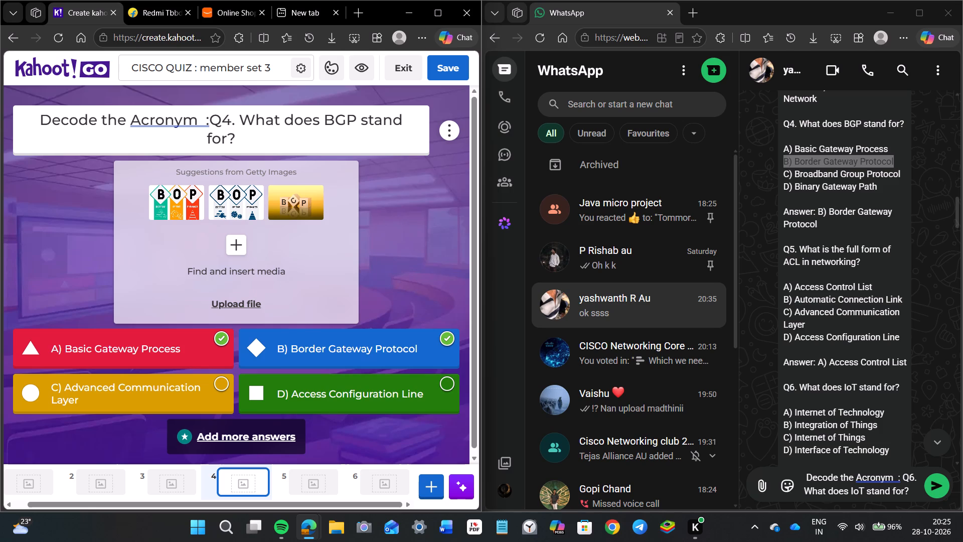
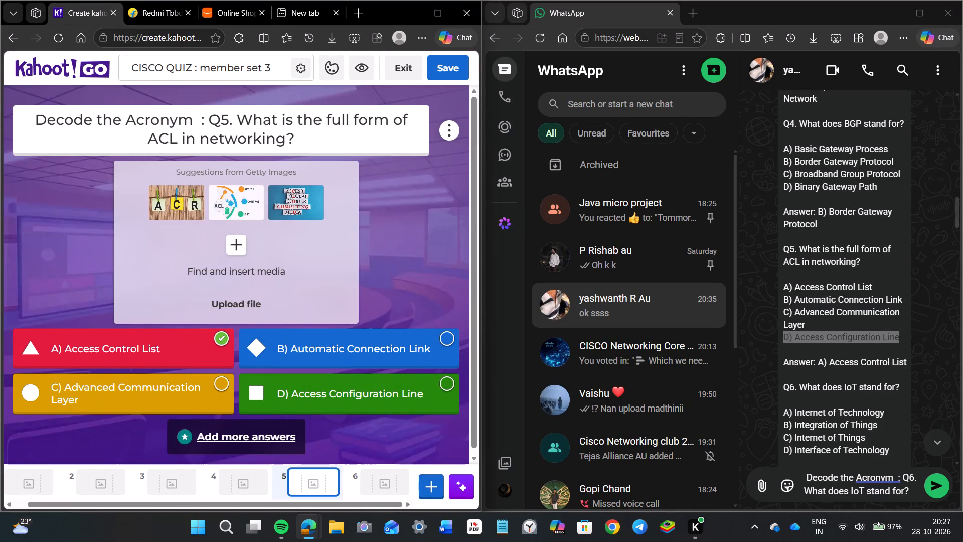
Reopen question 4, on what BGP stands for, to check its answers and marked correct option.
left_click(252, 487)
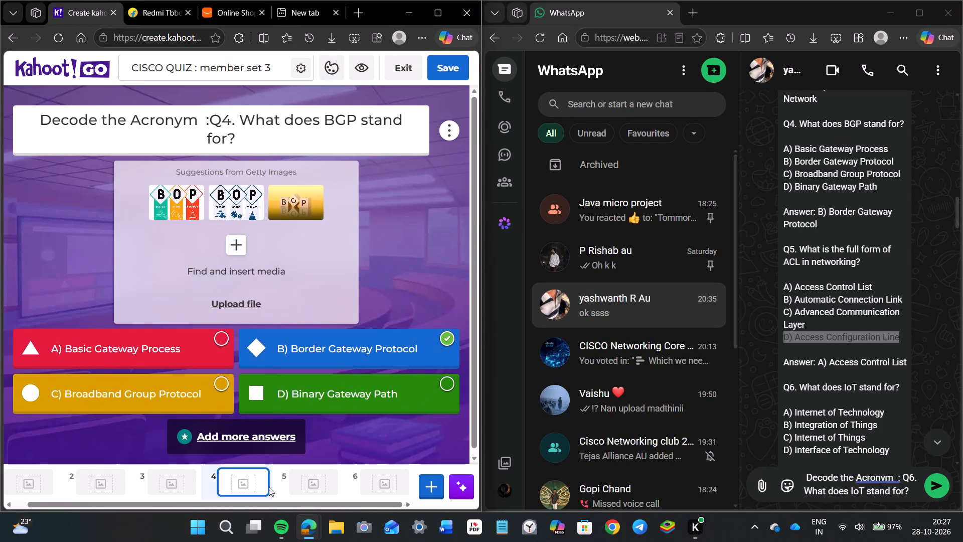
Review quiz questions 4, 5 and 6 against the source questions in the WhatsApp chat, checking for duplicated or missing content.
left_click(301, 491)
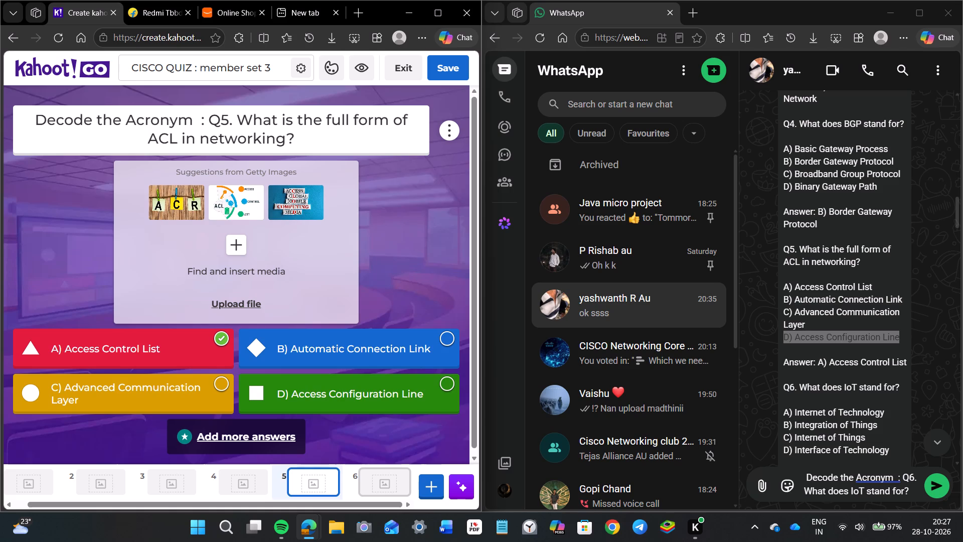
left_click(362, 491)
scroll(864, 312, "down", 1)
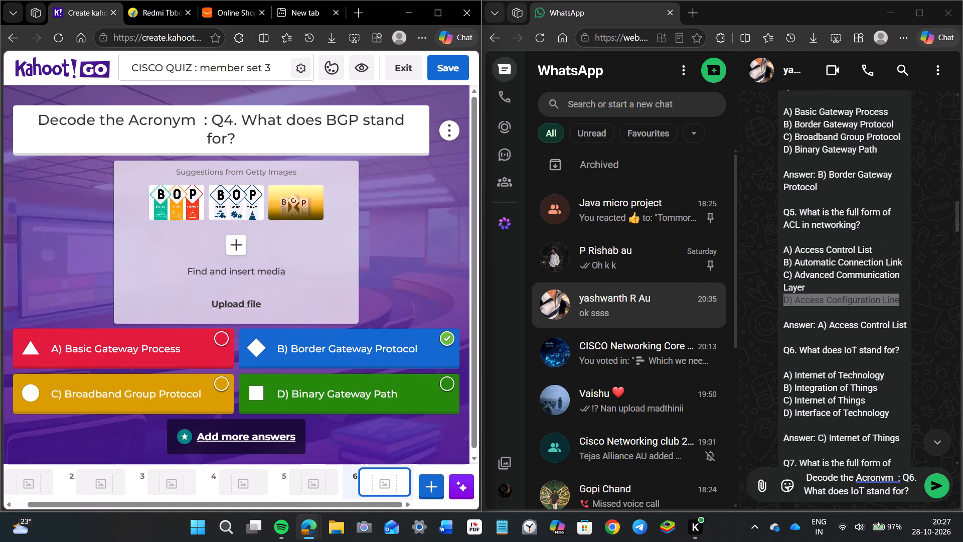
scroll(864, 312, "down", 4)
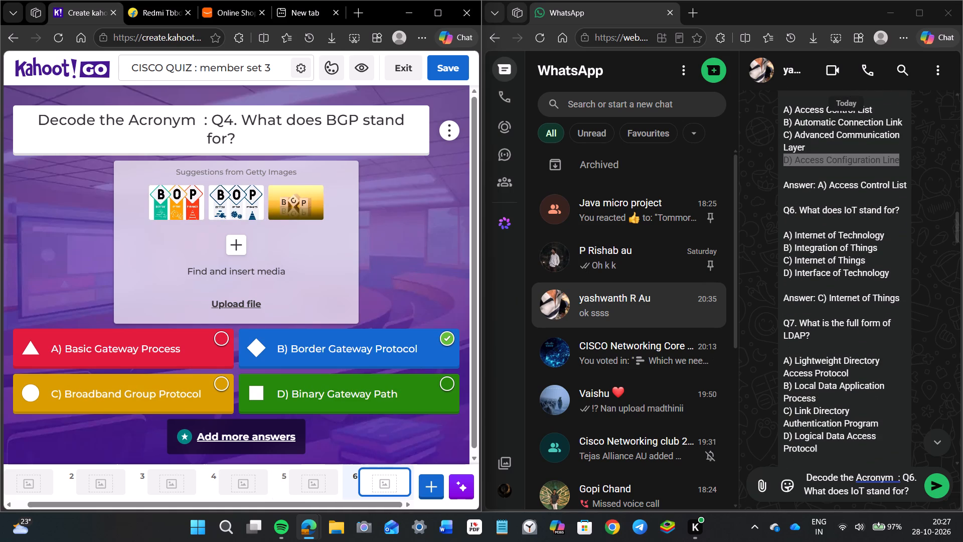
left_click(310, 488)
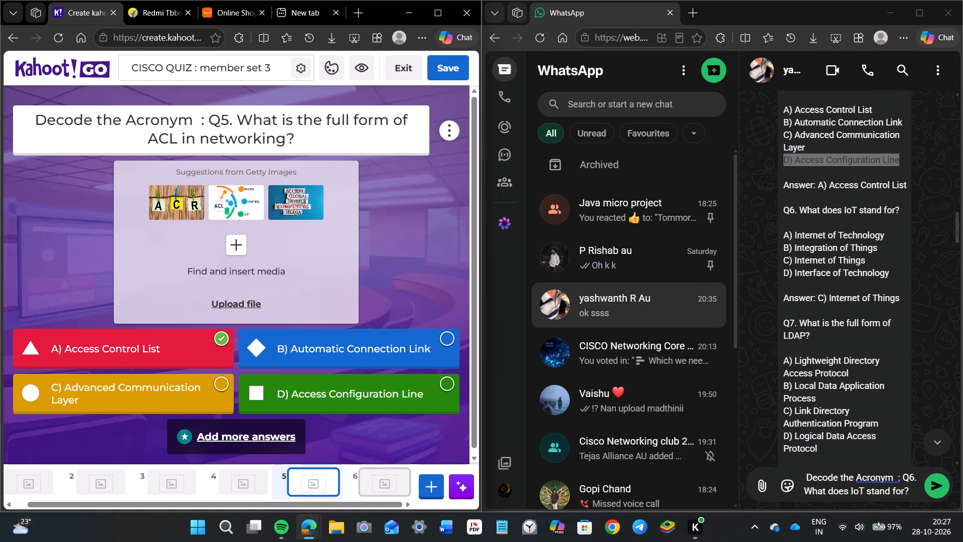
left_click(380, 490)
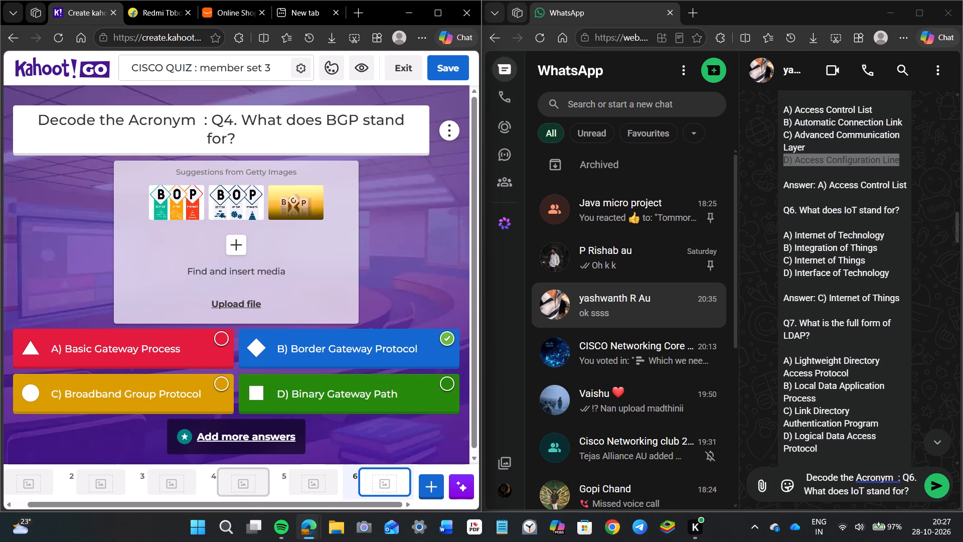
left_click(239, 493)
left_click(287, 495)
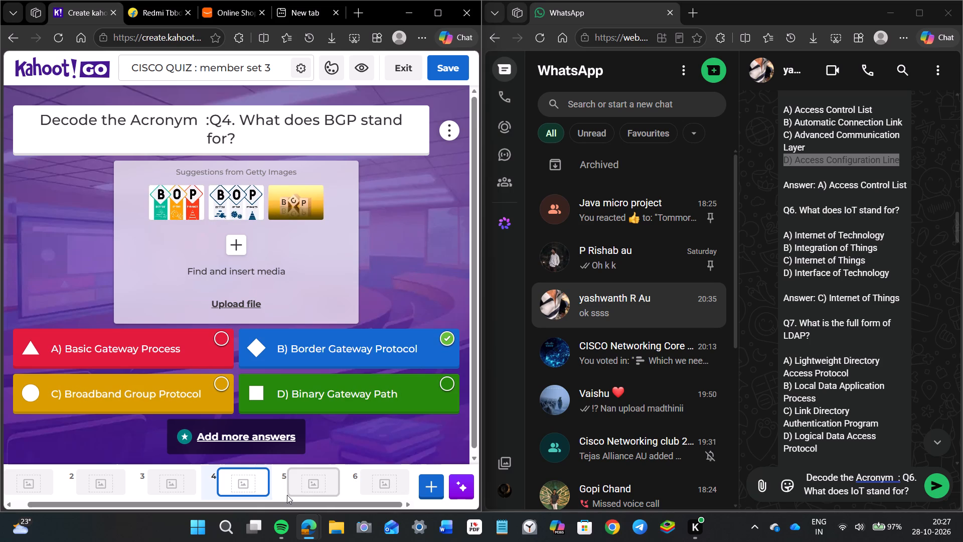
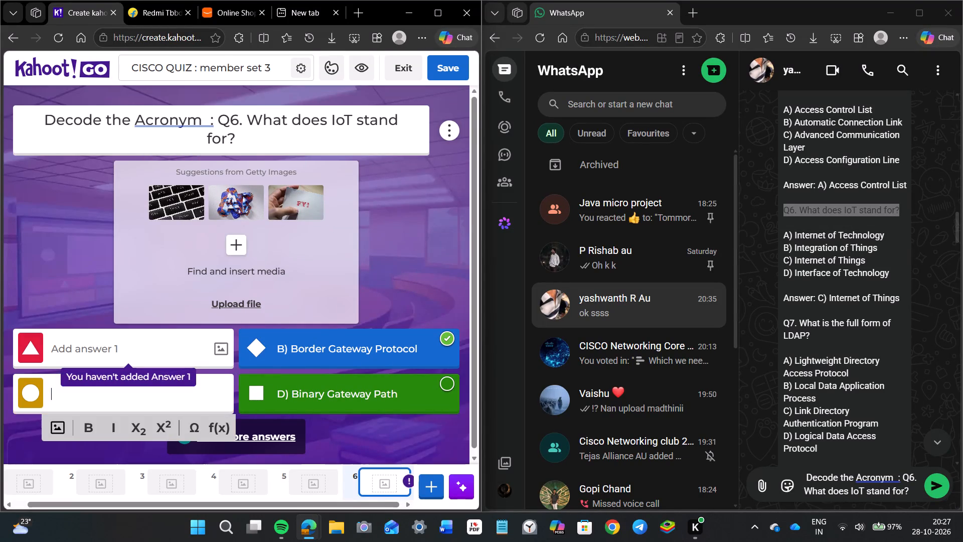
Clear the leftover "B) Border Gateway Protocol" text from answer 2 of question 6.
left_click_drag(272, 346, 414, 337)
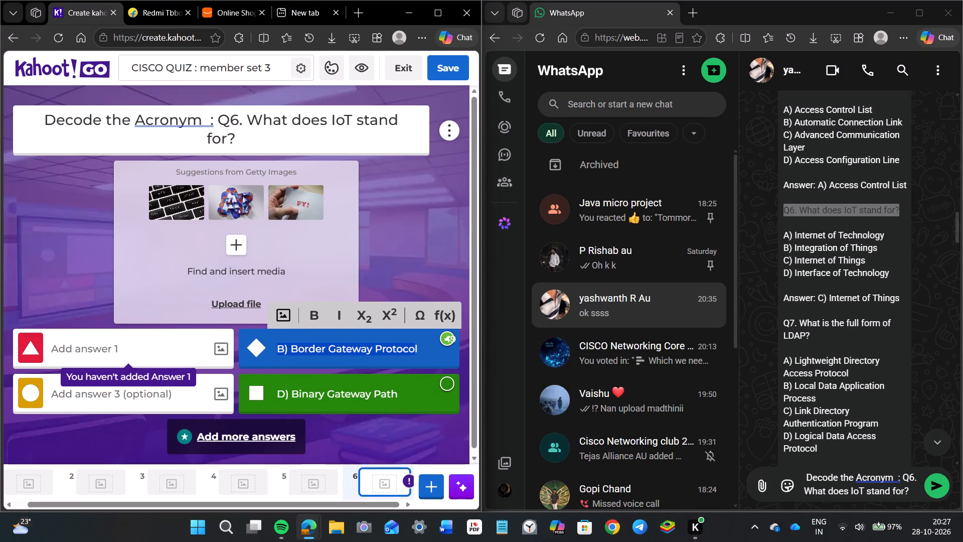
left_click_drag(414, 337, 431, 355)
key("BackSpace")
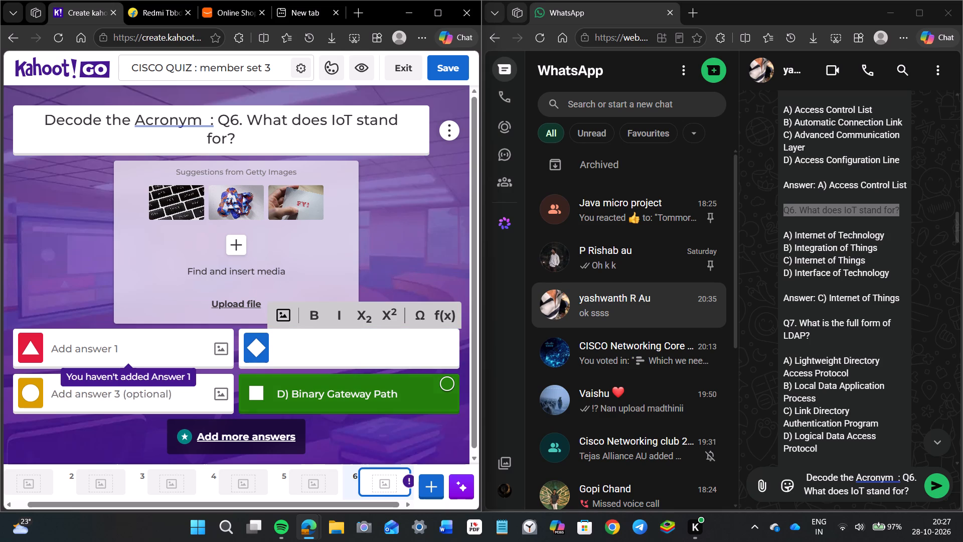
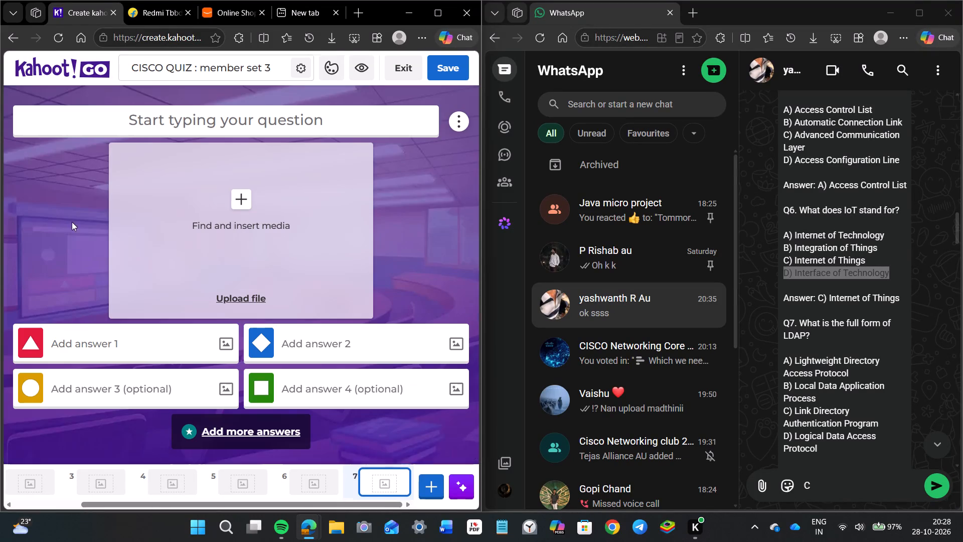
Add another blank quiz question with four answer options after question 7.
left_click(439, 490)
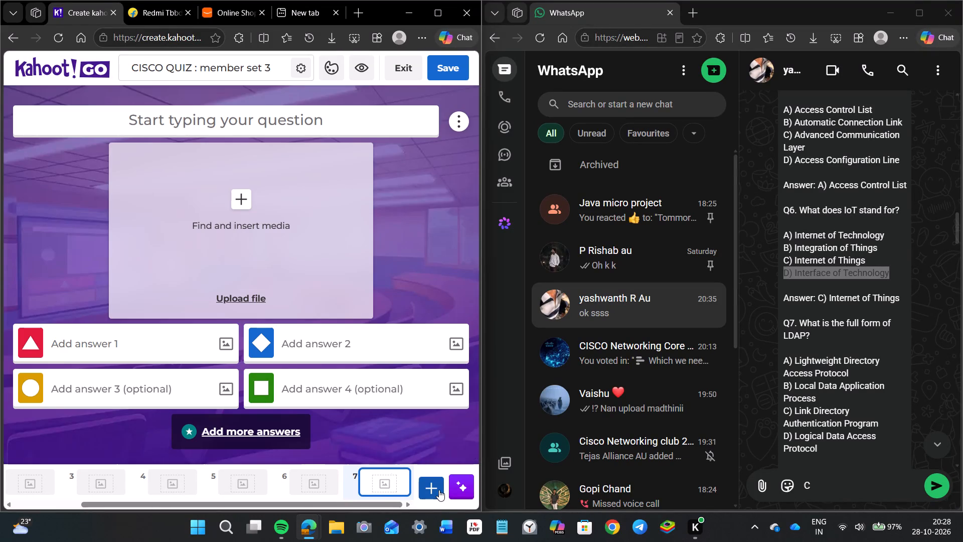
left_click(62, 209)
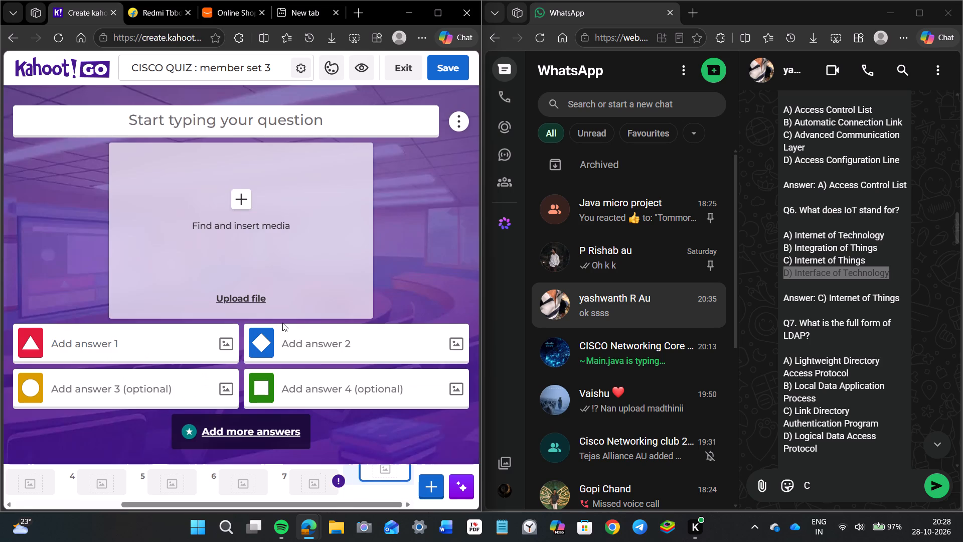
Add another blank quiz question with four answer options after question 8.
left_click(435, 482)
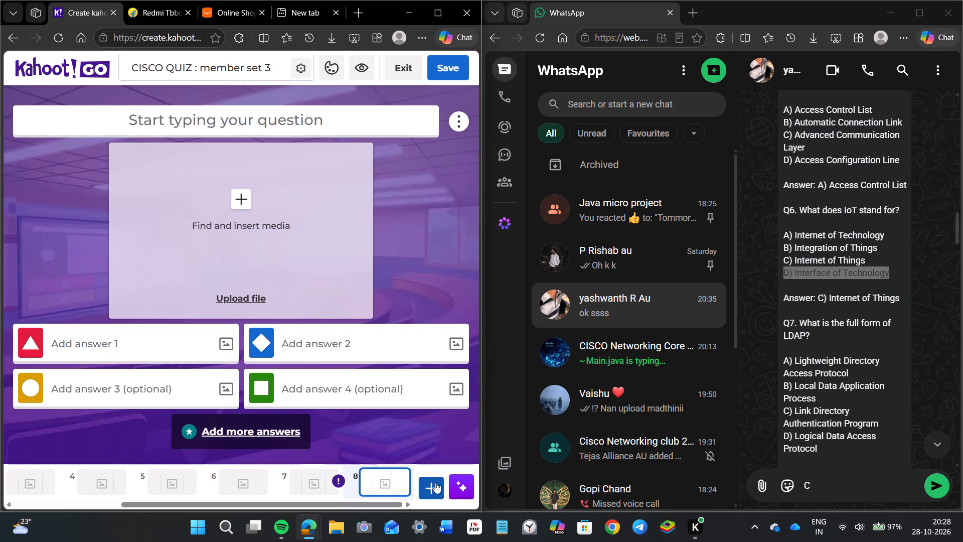
left_click(69, 214)
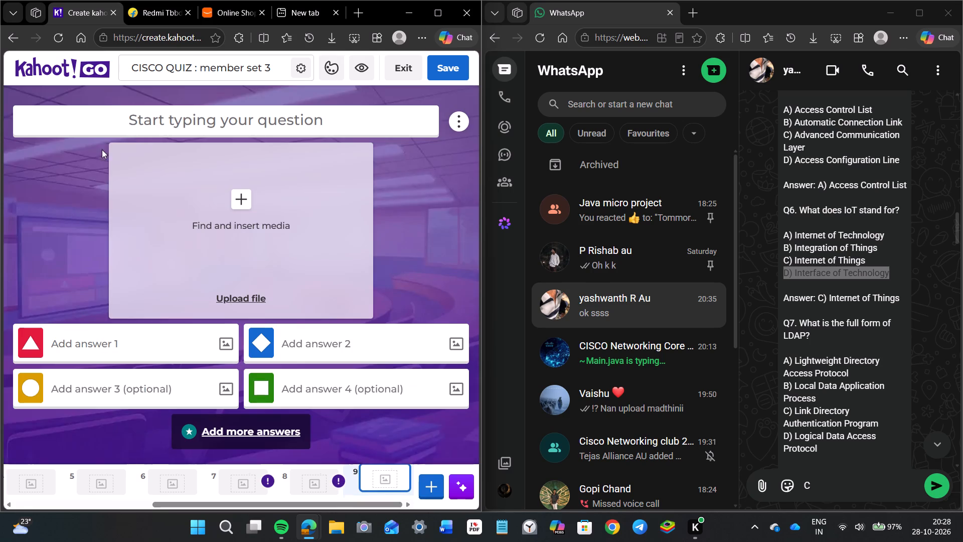
Switch to the Flipkart site and search its products for "MOUSE".
left_click(148, 14)
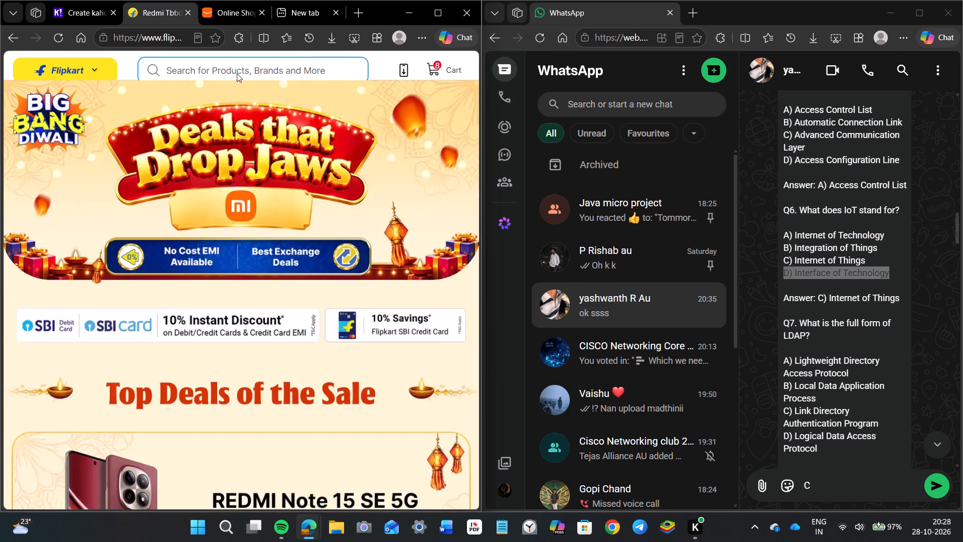
left_click(239, 72)
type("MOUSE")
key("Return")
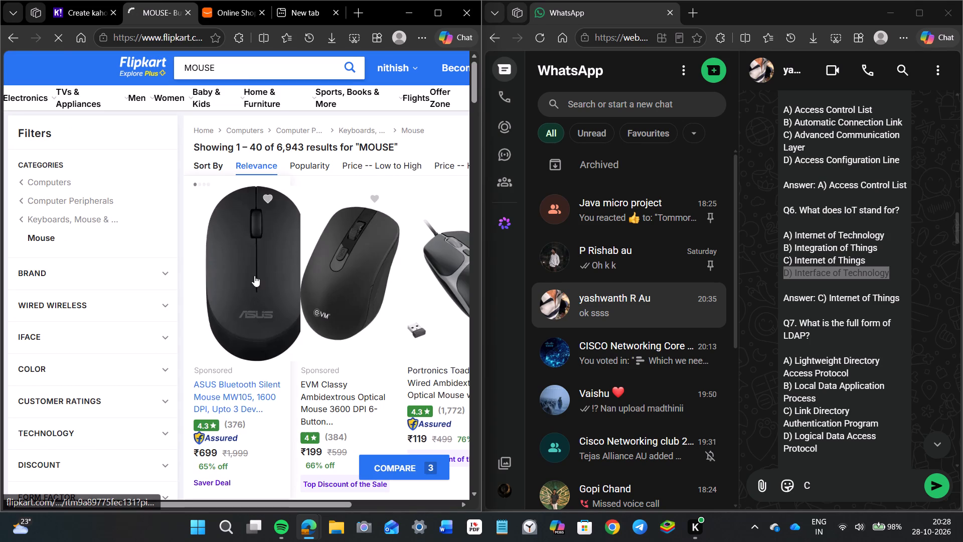
Maximize the browser window, open the EVM Classy Ambidextrous Optical Mouse 3600 DPI from the results, and add it to the cart.
left_click(433, 14)
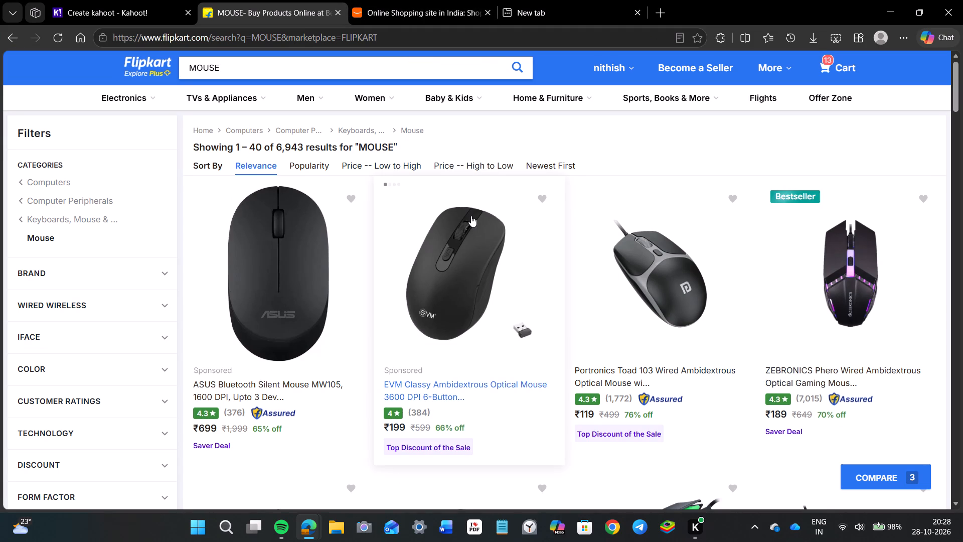
left_click(474, 263)
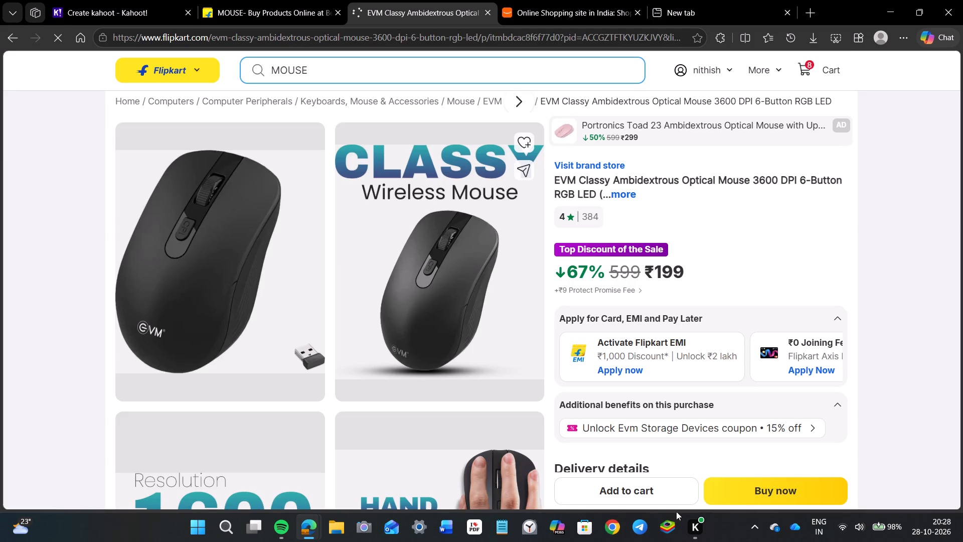
left_click(649, 494)
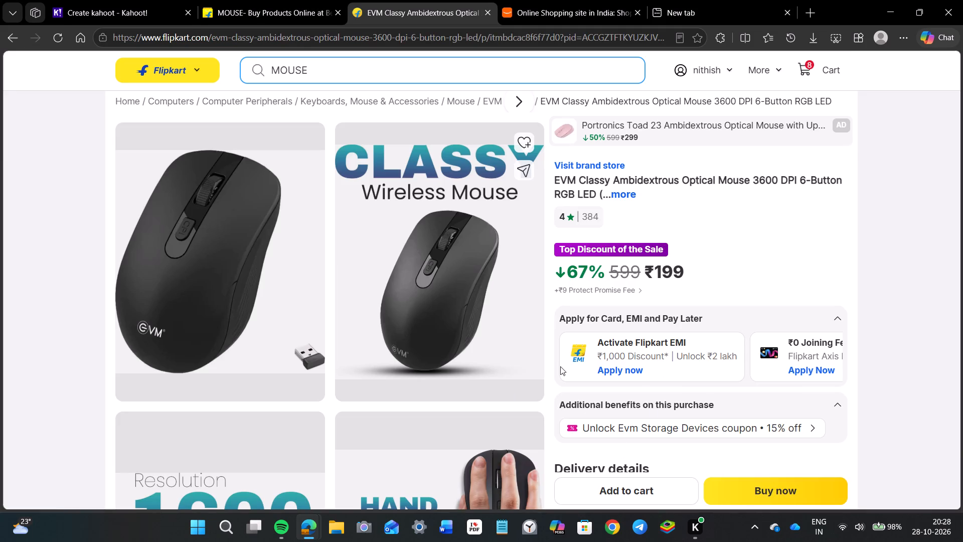
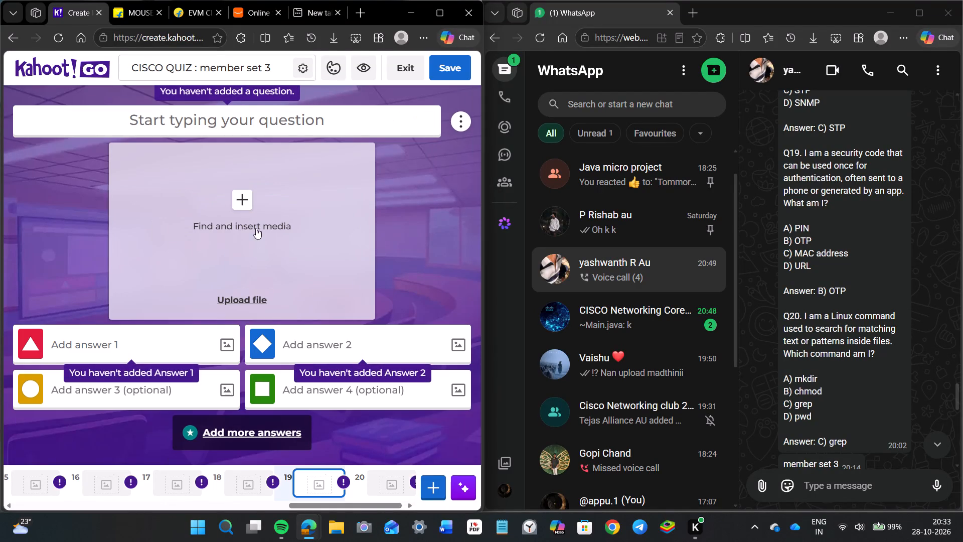
Start editing the empty question text of quiz question 19.
left_click(220, 119)
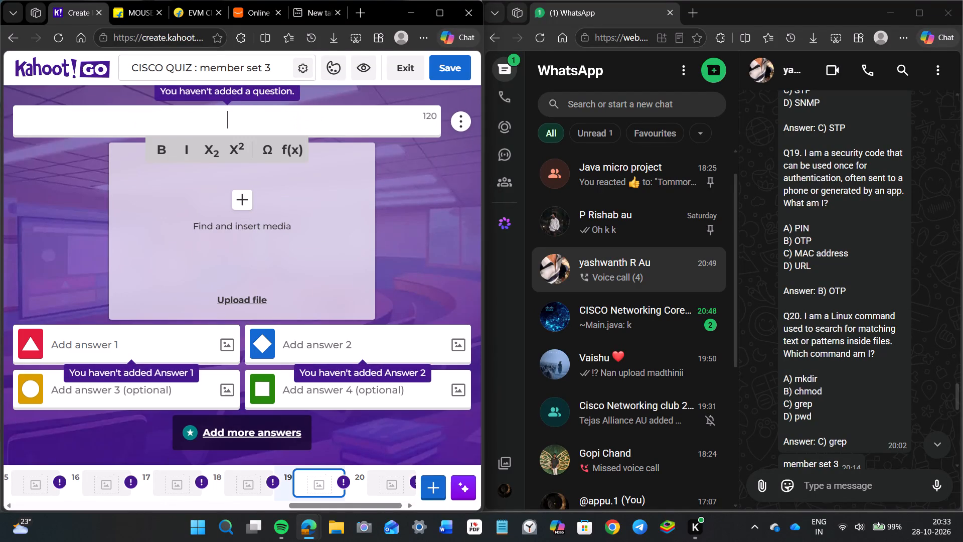
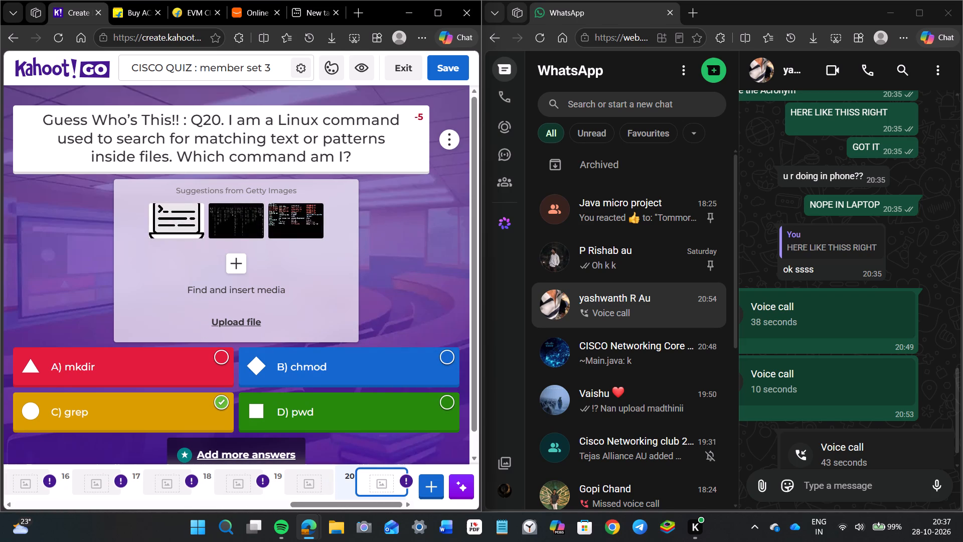
Remove the "Guess Who's This!! :" prefix so question 20's text starts with "Q20.".
left_click_drag(189, 123, 24, 115)
key("BackSpace")
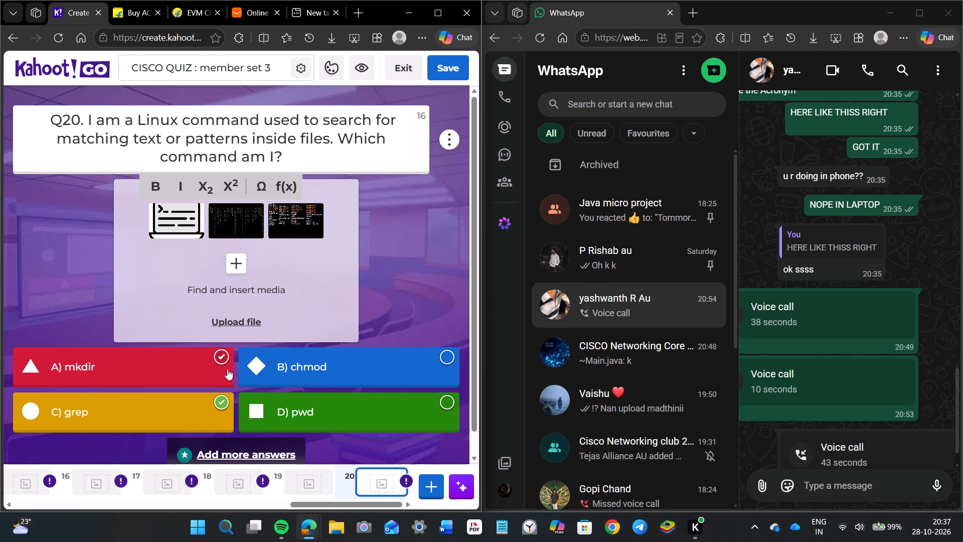
Check question 19, open the blank question 18, and look through the WhatsApp chat for the quiz question text.
left_click(323, 475)
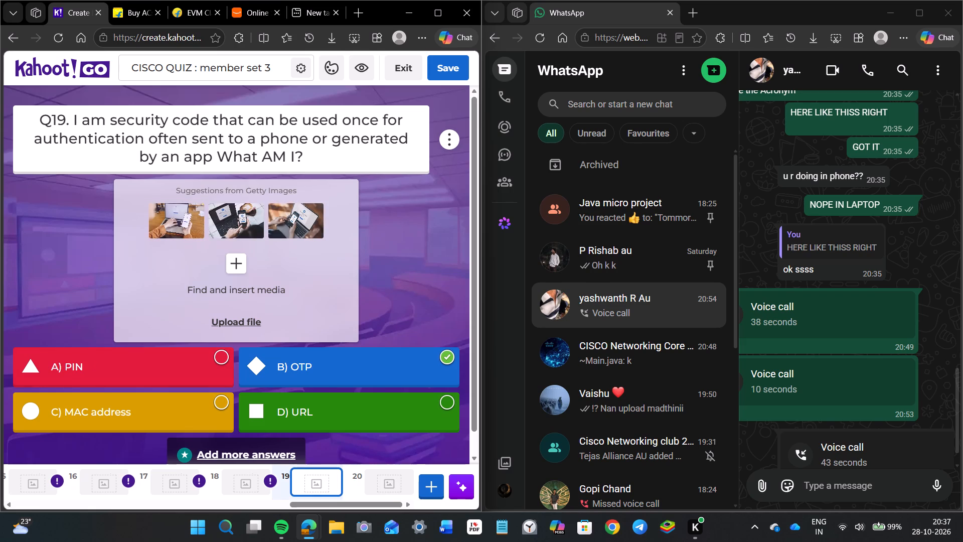
left_click(258, 487)
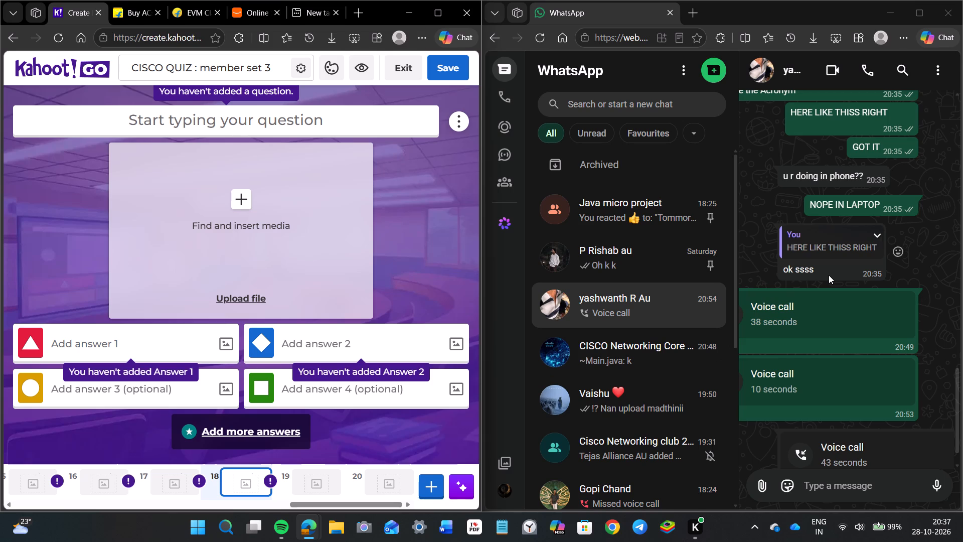
scroll(829, 275, "up", 7)
scroll(829, 275, "down", 1)
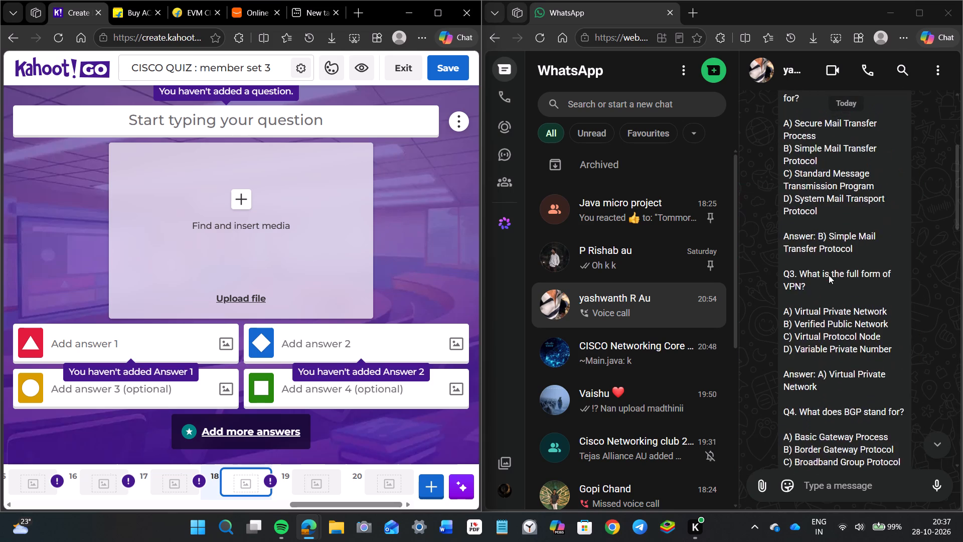
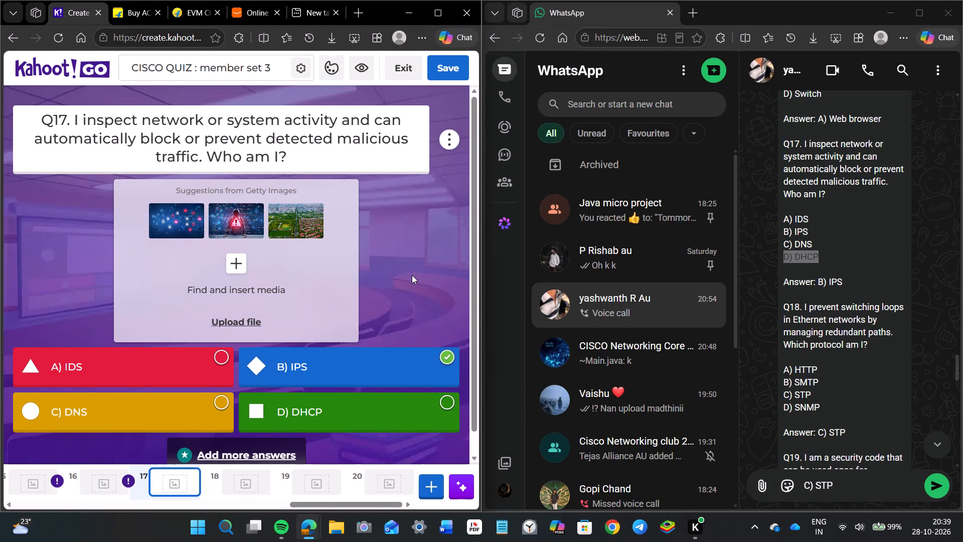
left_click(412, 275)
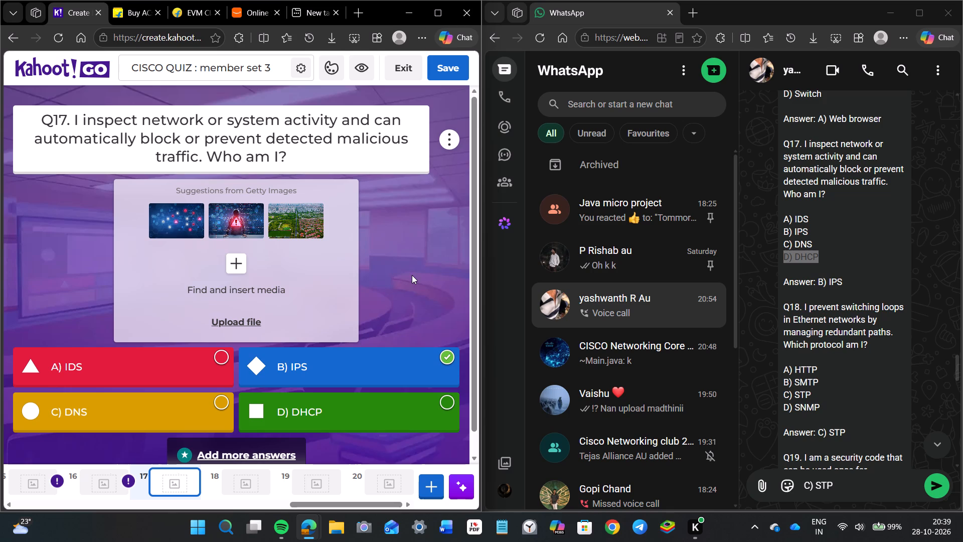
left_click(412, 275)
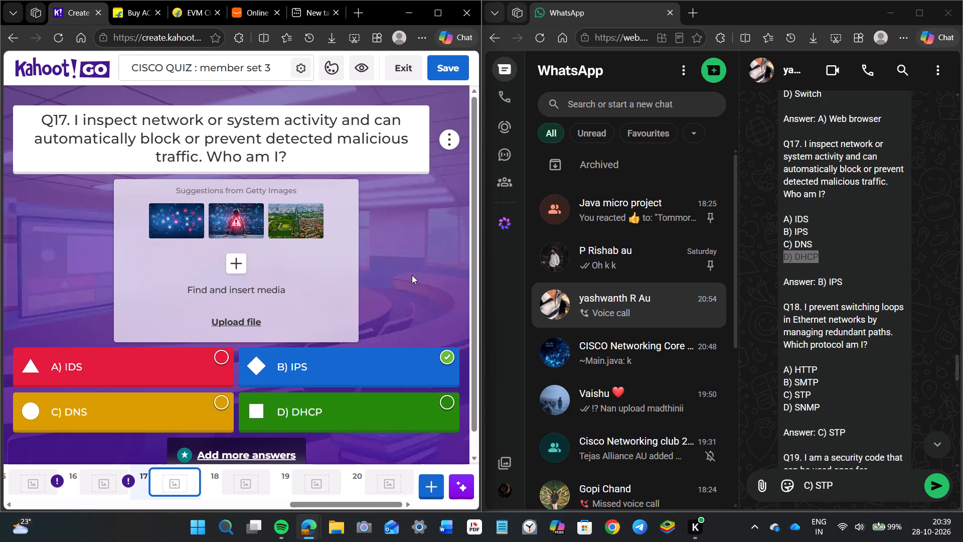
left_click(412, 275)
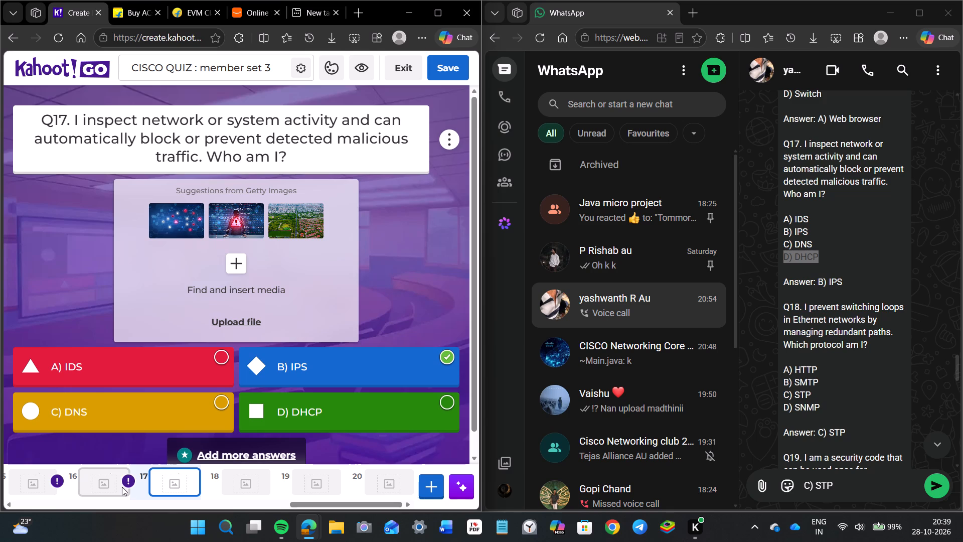
Open the incomplete question 16 for editing.
left_click(122, 487)
left_click(92, 490)
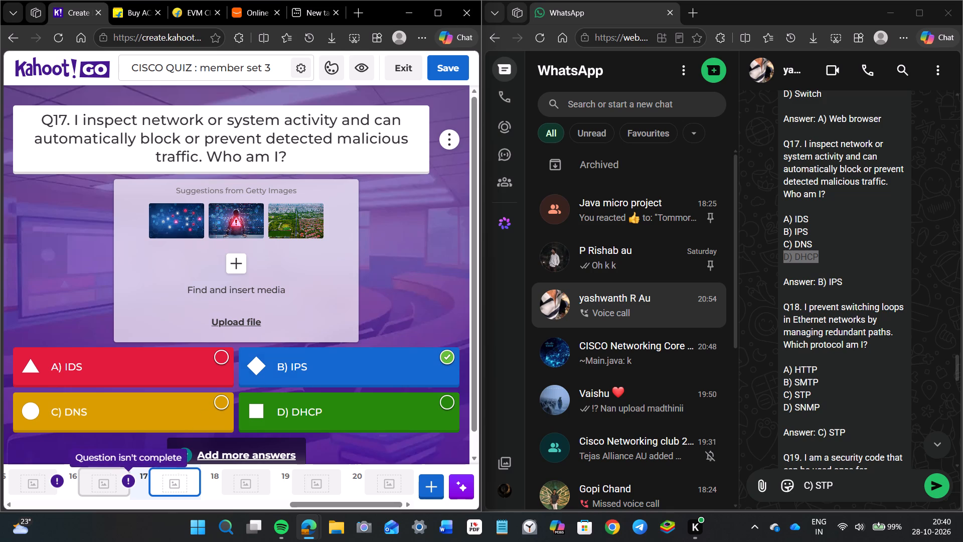
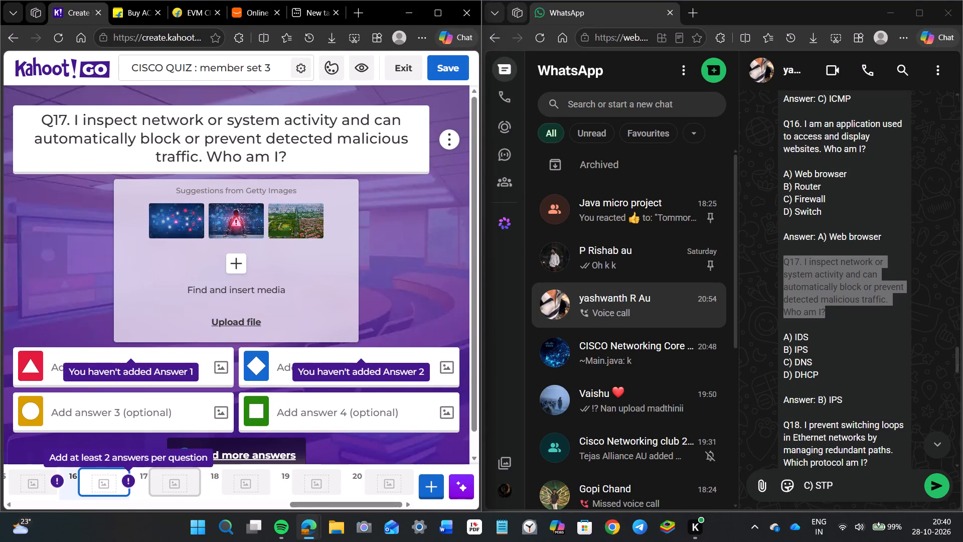
Examine the question text and answers on slides 17 and 18 for comparison with the incomplete slide 16.
left_click(177, 484)
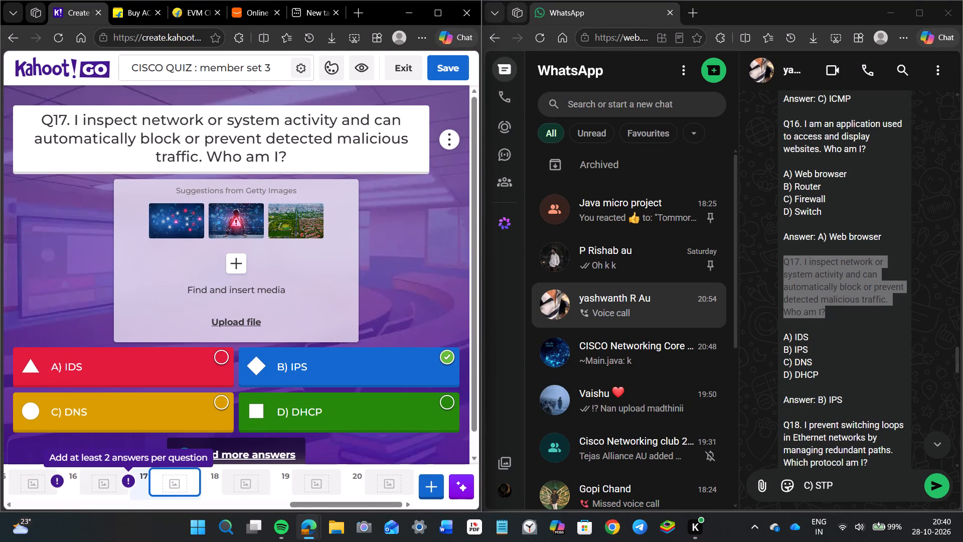
left_click(224, 493)
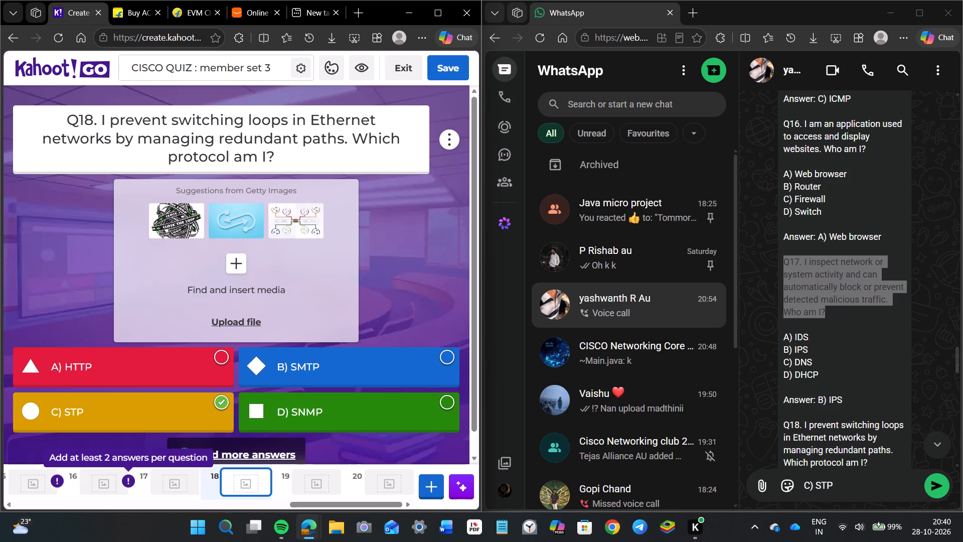
left_click(190, 491)
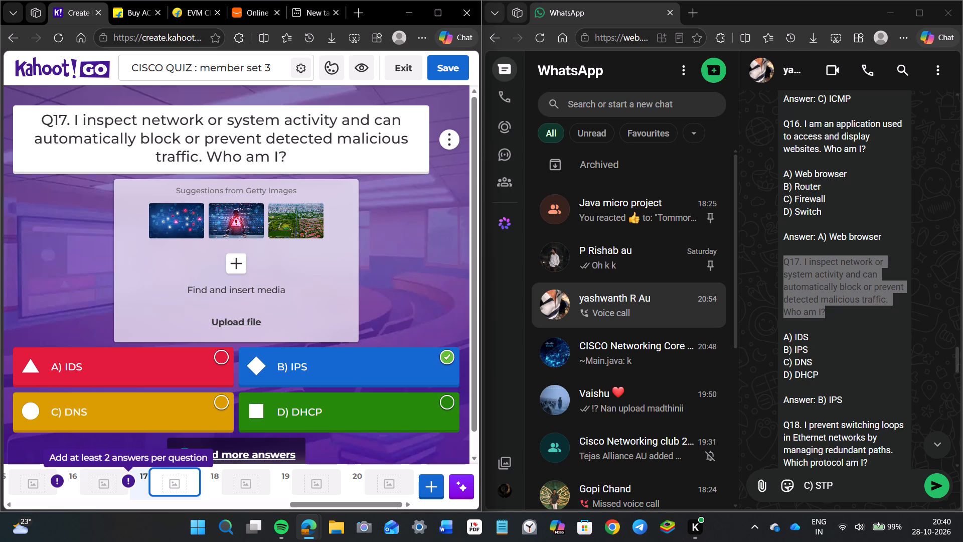
left_click(368, 285)
left_click(233, 475)
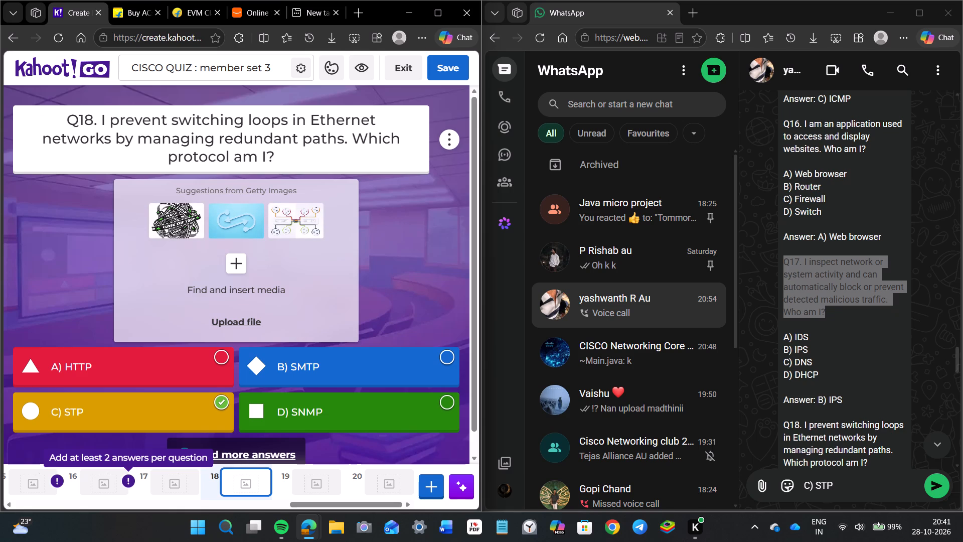
left_click(168, 483)
left_click(120, 495)
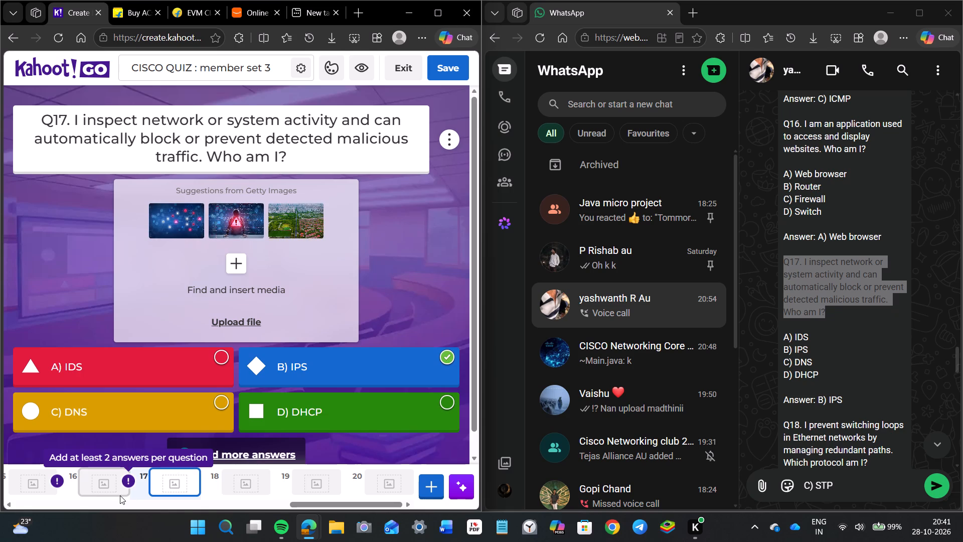
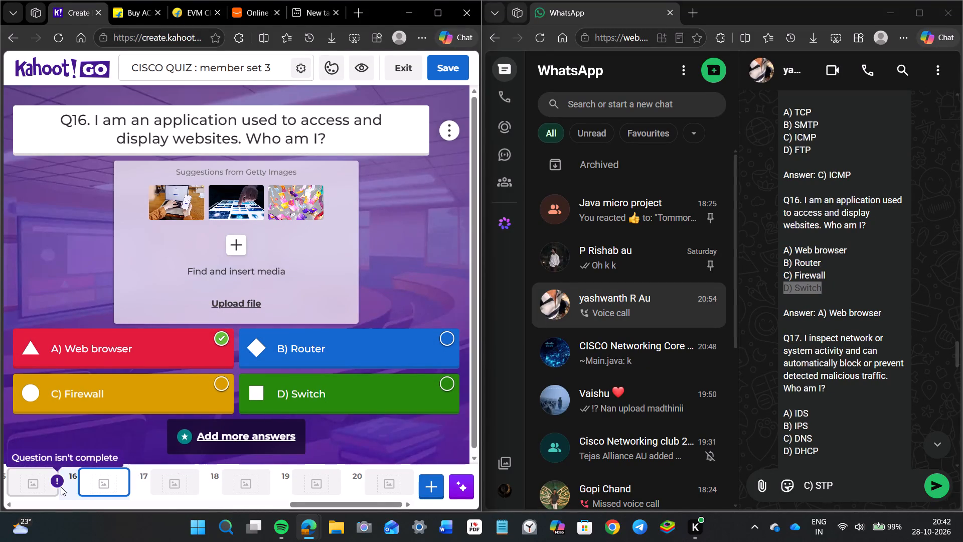
Return from slide 16 to the incomplete slide 15 and open it for editing.
scroll(61, 487, "right", 5)
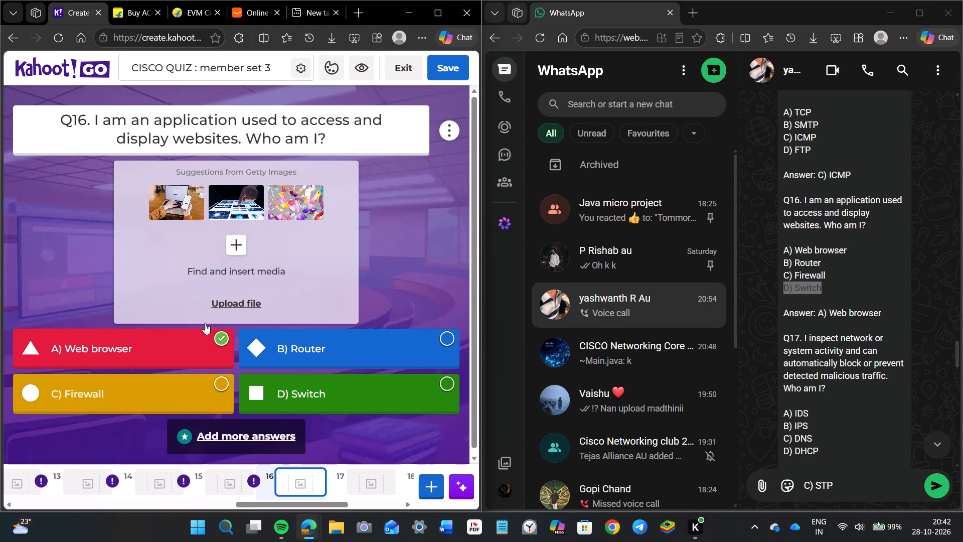
left_click(293, 481)
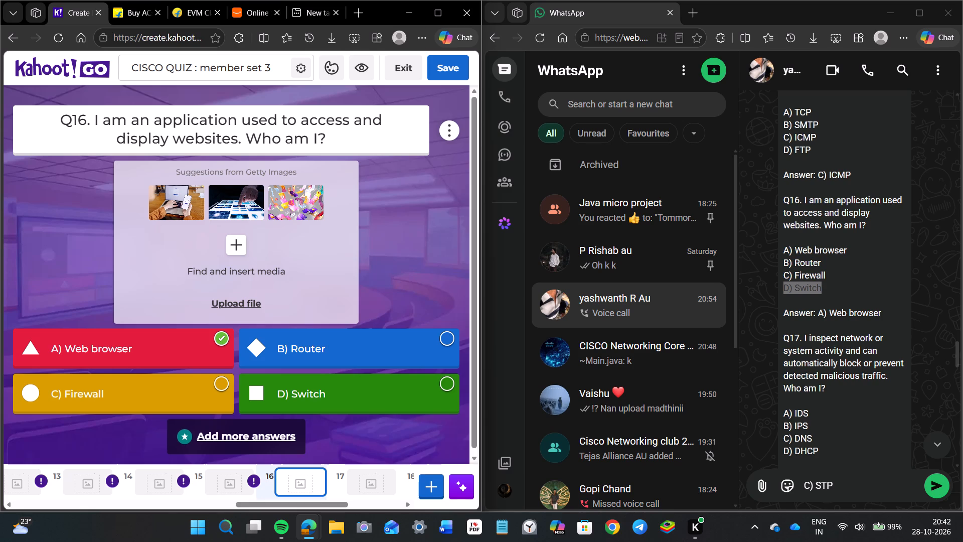
left_click(234, 485)
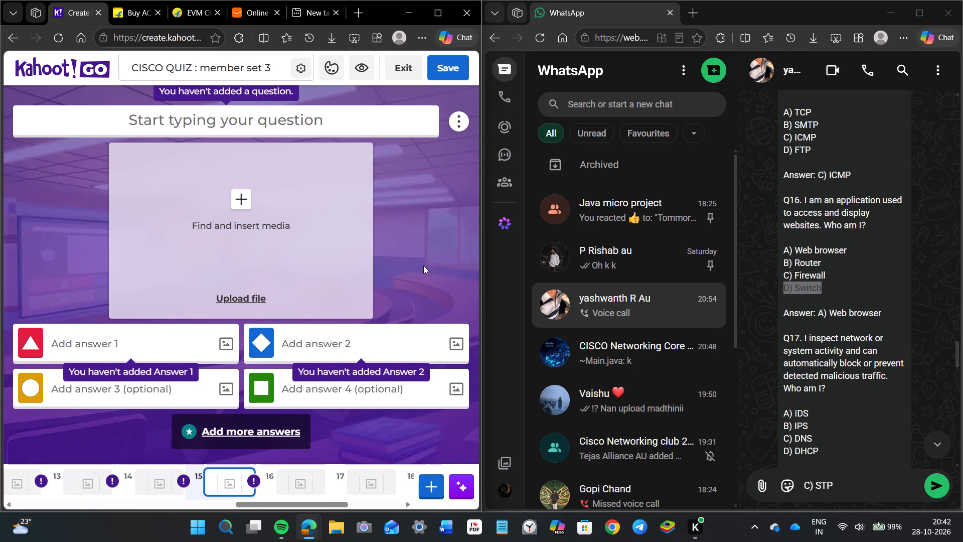
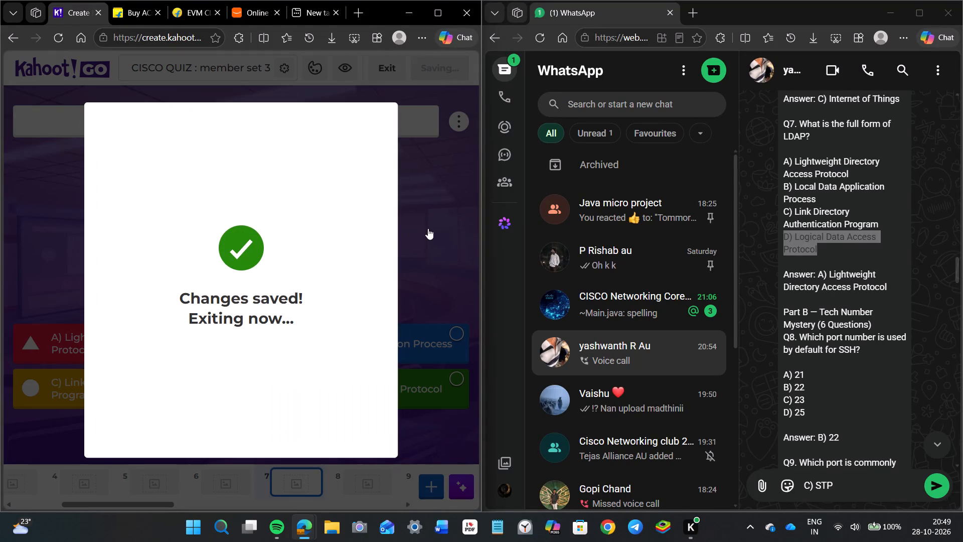
Go back from question 7 to the start of the quiz and open slide 1.
scroll(91, 479, "right", 1)
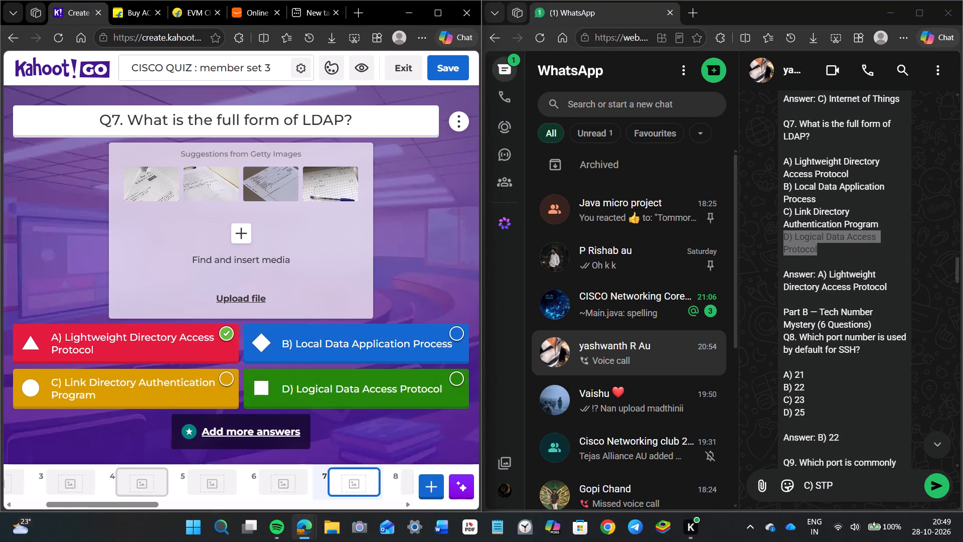
scroll(91, 479, "right", 4)
left_click(42, 492)
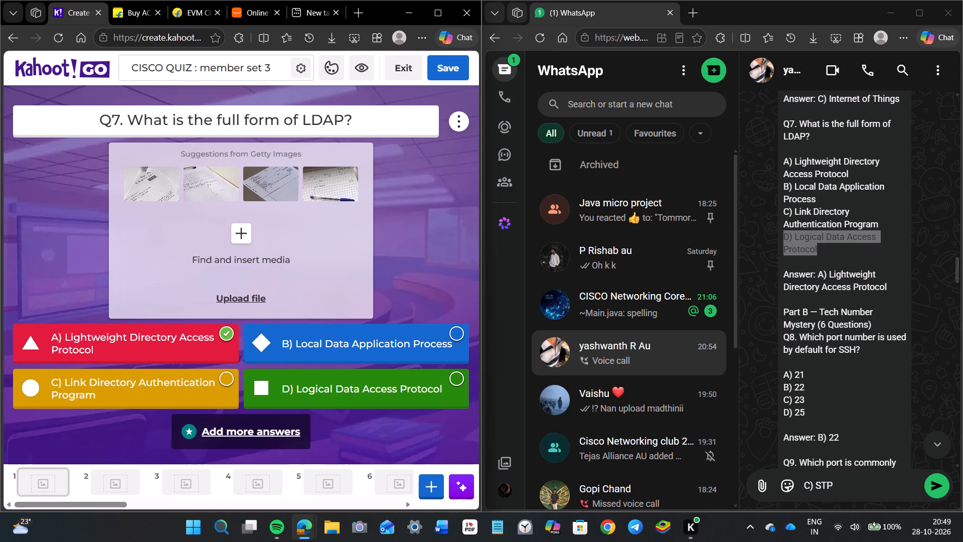
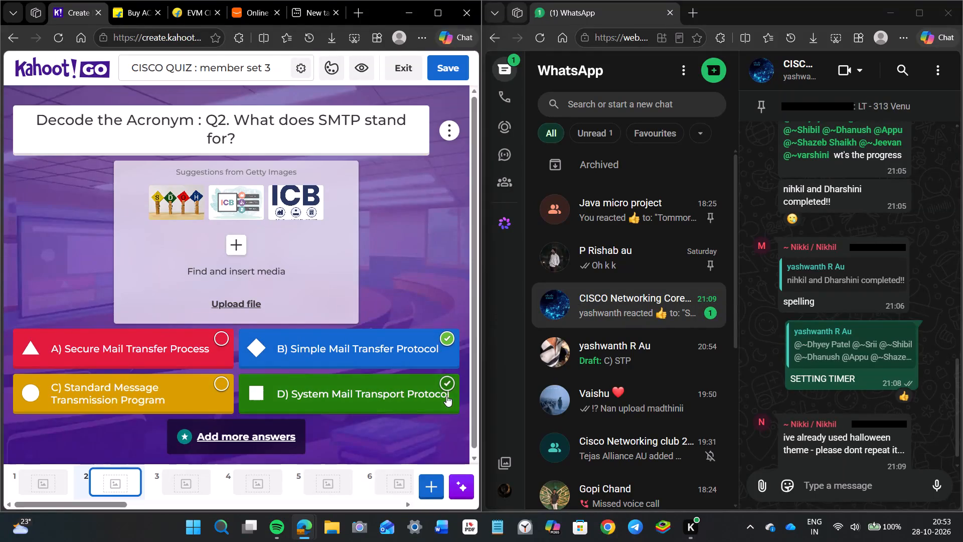
Open the add-question options from slide 2 and bring up the search for existing community questions.
left_click(432, 481)
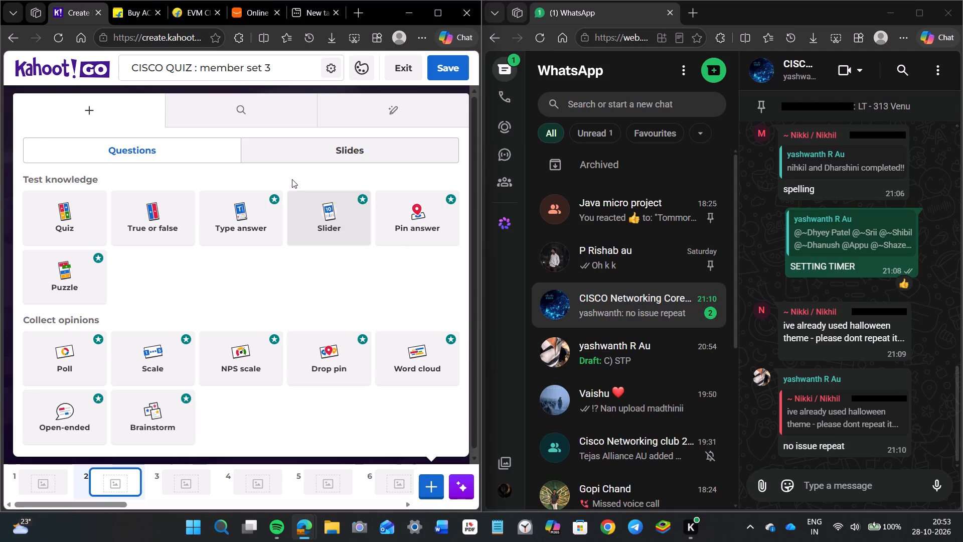
left_click(265, 111)
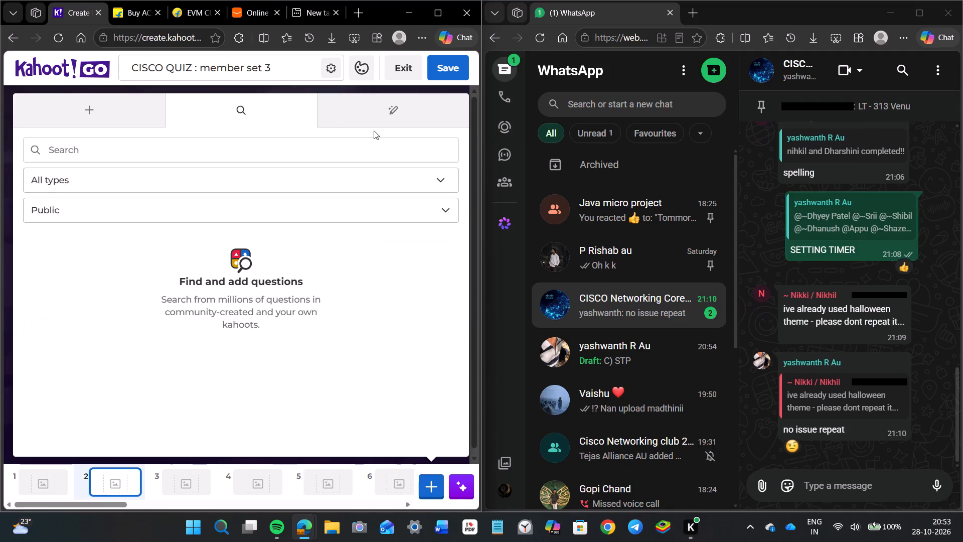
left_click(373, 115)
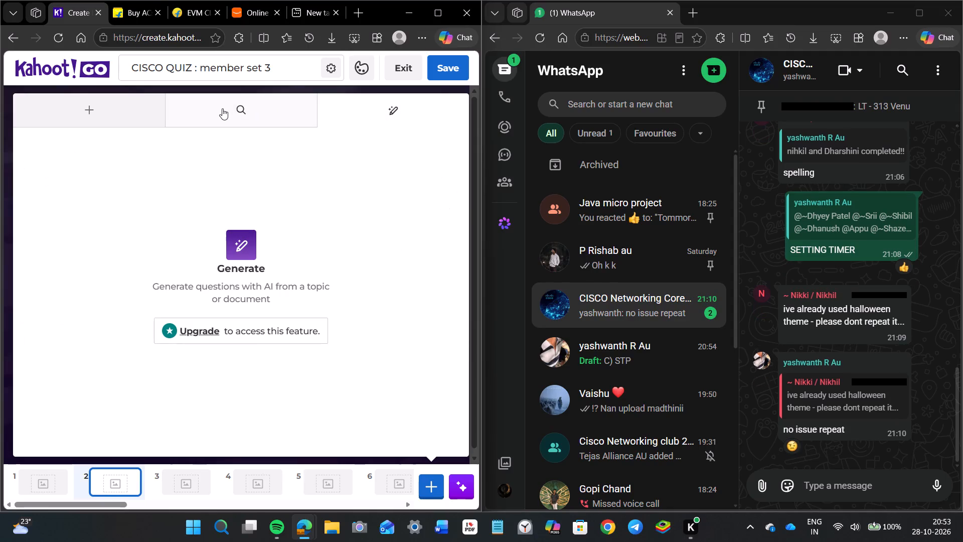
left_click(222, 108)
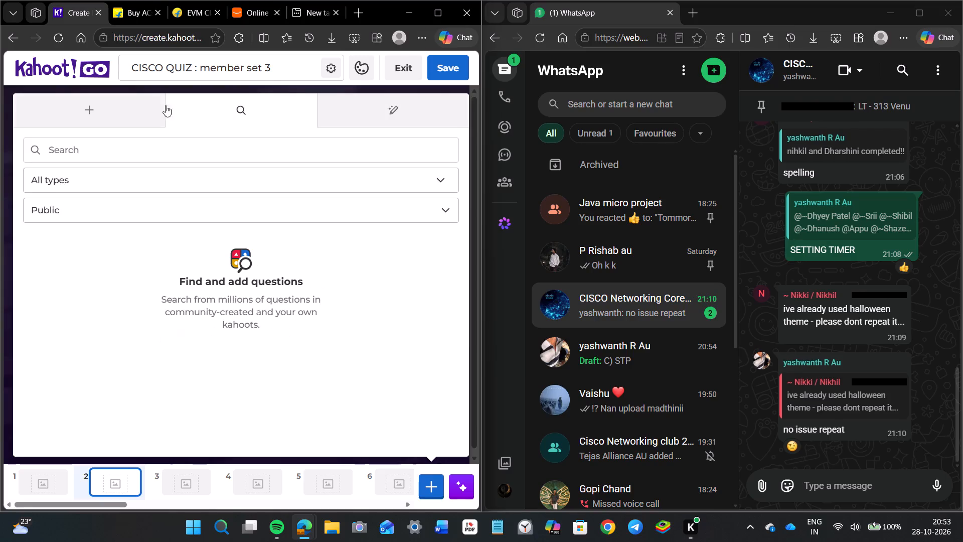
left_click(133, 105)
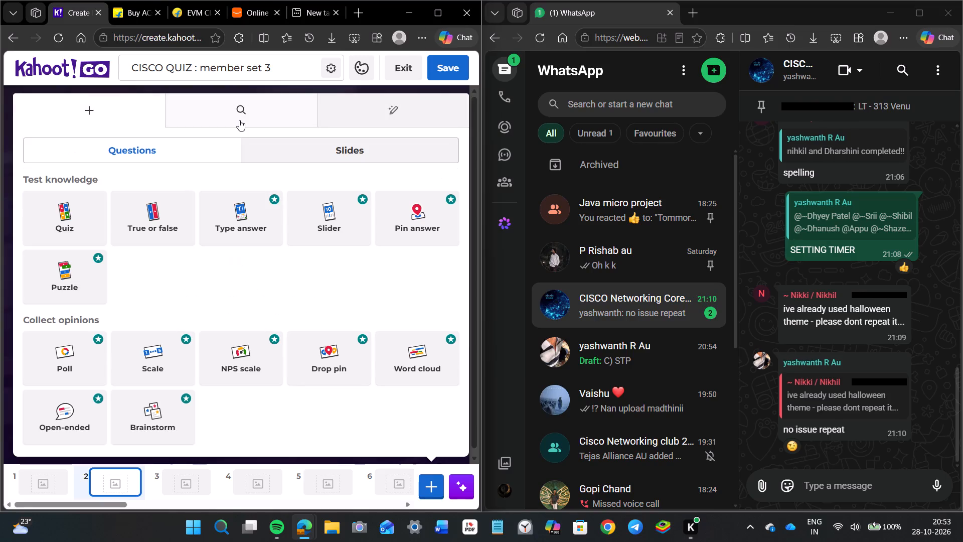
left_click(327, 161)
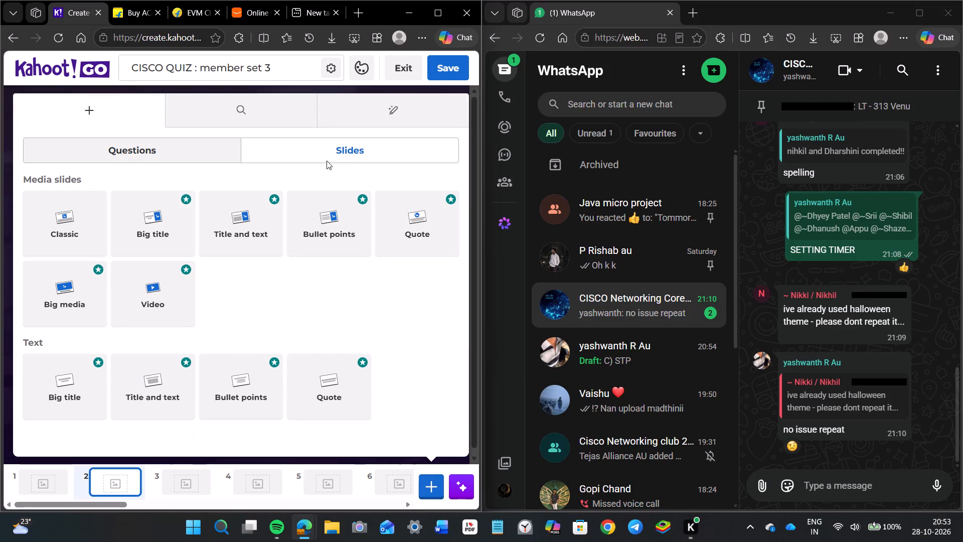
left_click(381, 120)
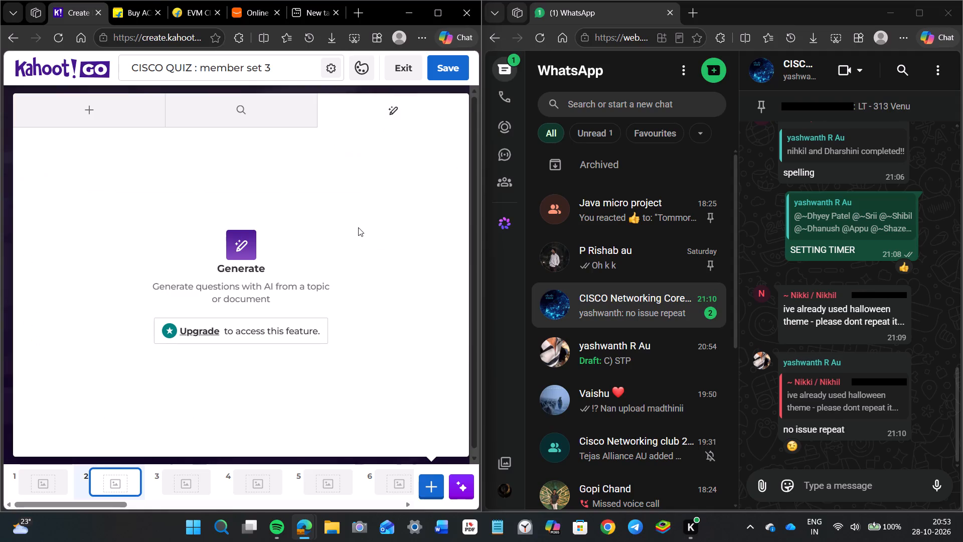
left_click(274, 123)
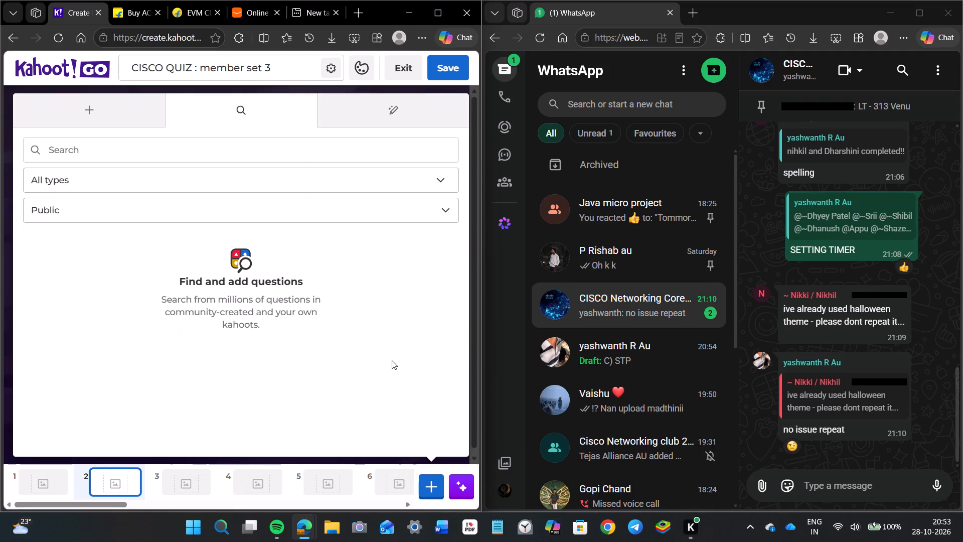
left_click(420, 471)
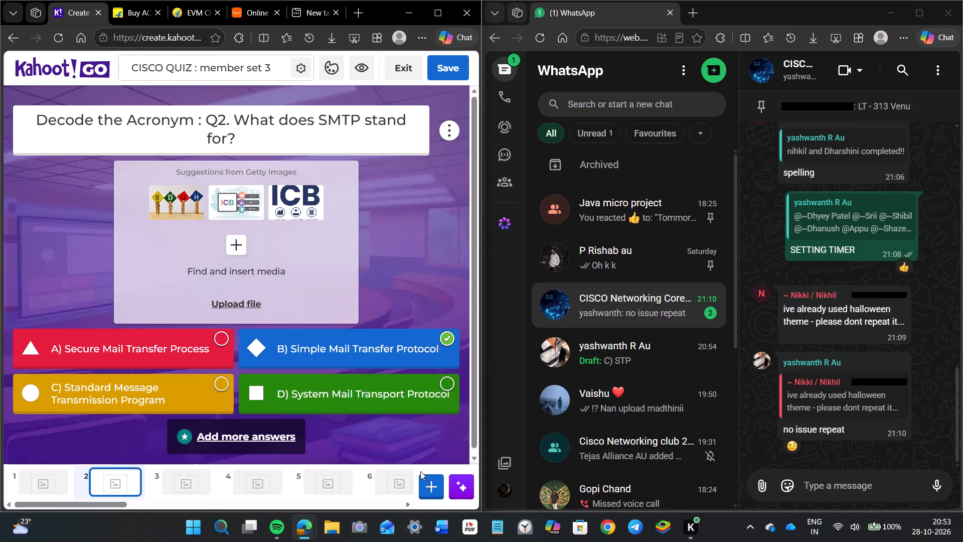